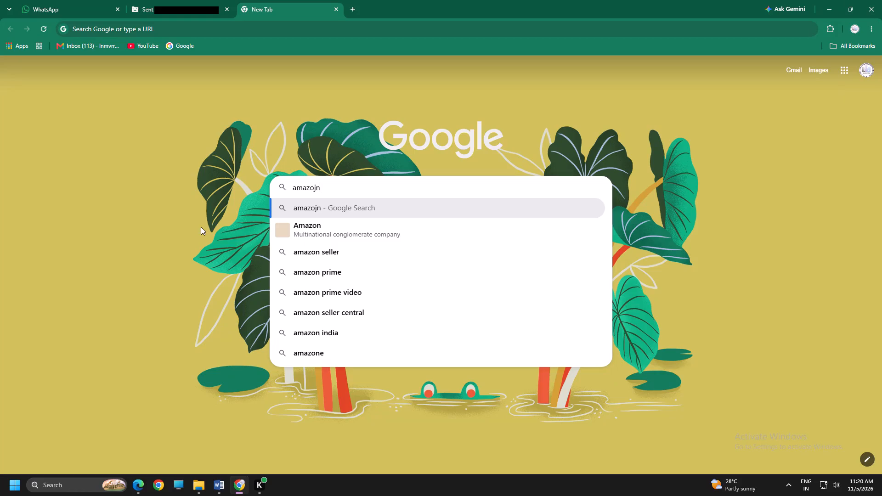
Search Google for "amazon seller central" and open the "Welcome to Amazon Seller Central" result from sellercentral.amazon.com.
left_click(345, 317)
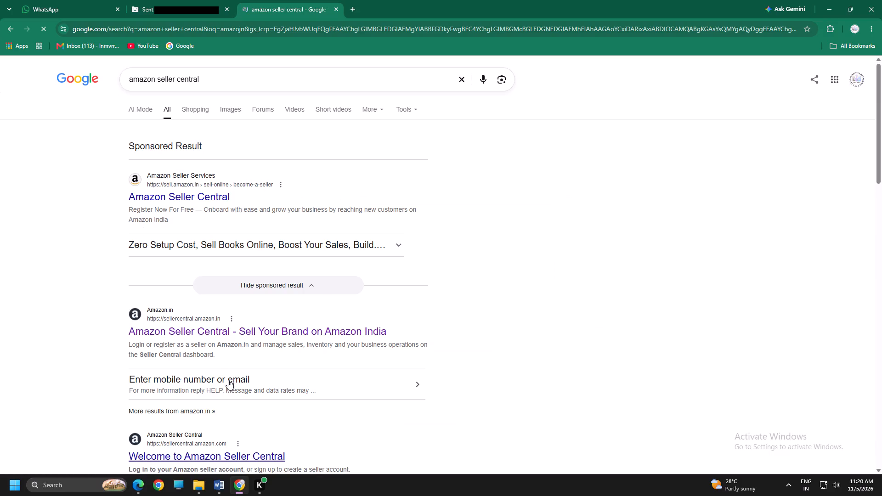
left_click(212, 456)
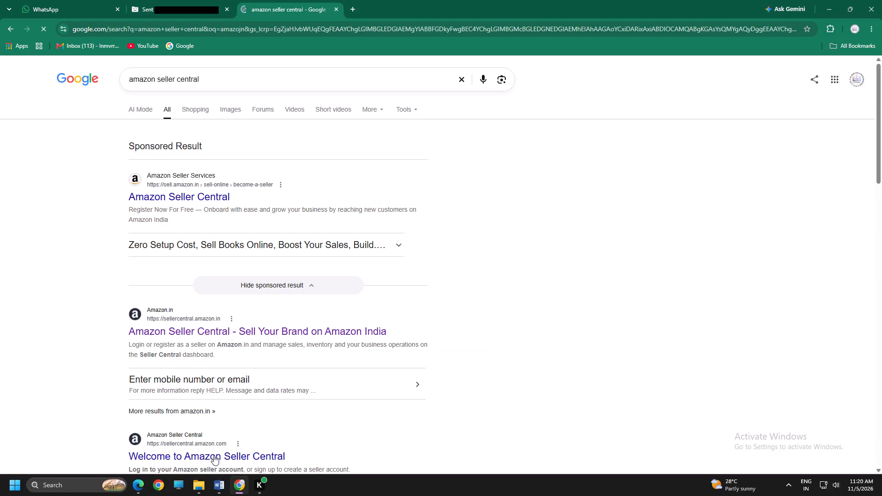
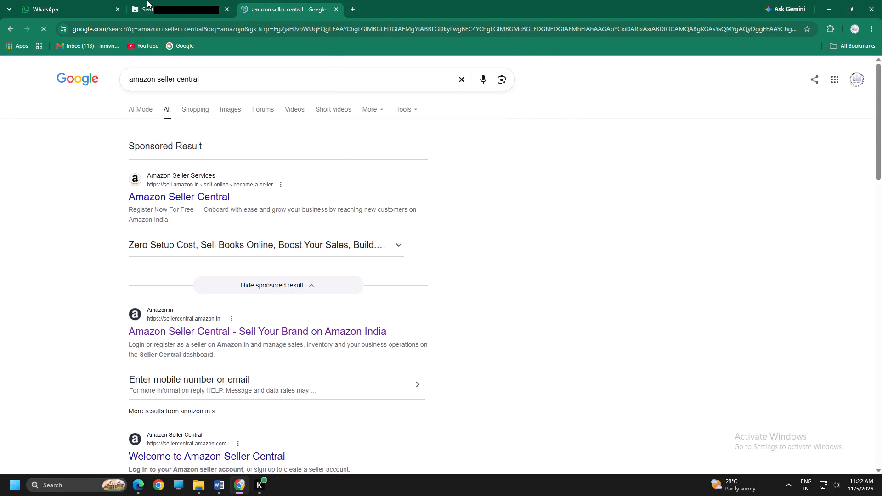
Open the "Amazon Seller Central - Sell Your Brand on Amazon India" search result from sellercentral.amazon.in.
scroll(382, 298, "down", 5)
scroll(382, 298, "up", 3)
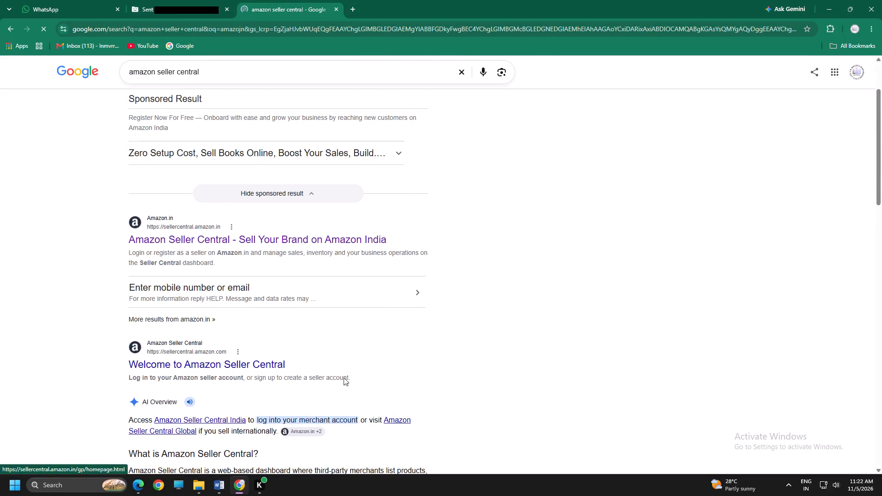
left_click(245, 241)
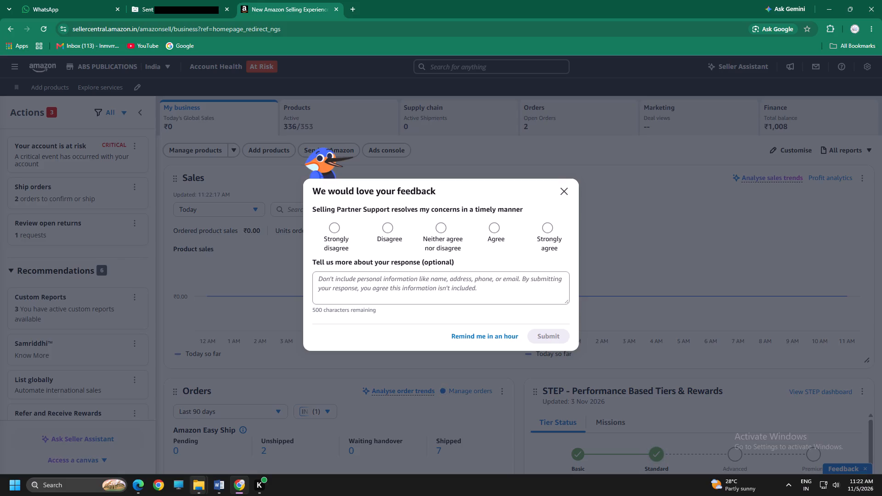
Dismiss the feedback survey unanswered and open the Ship orders action to reach the unshipped orders.
left_click(565, 191)
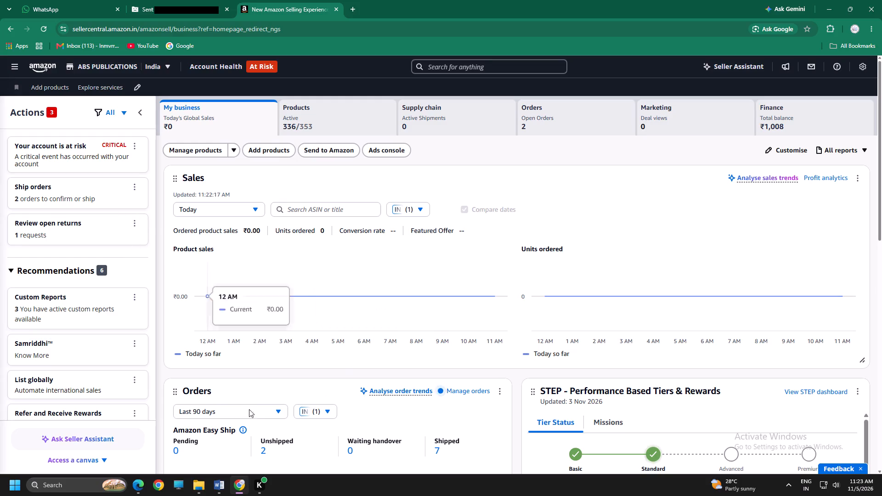
left_click(76, 194)
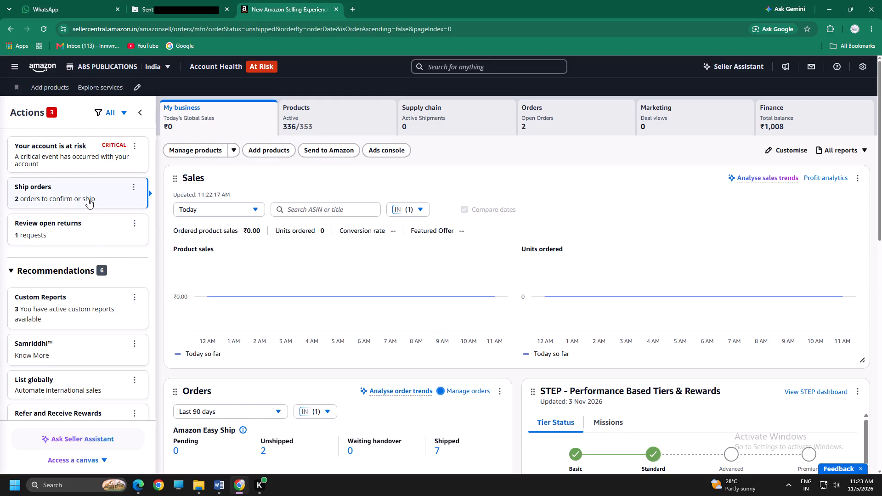
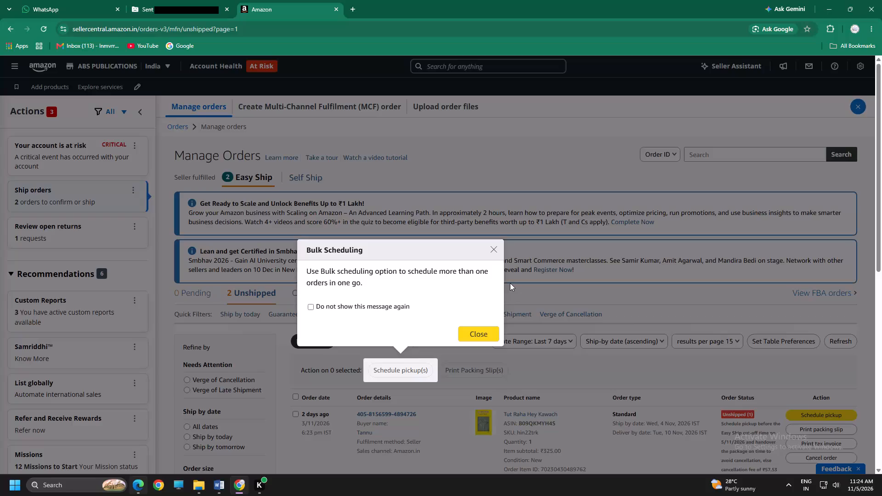
Dismiss the Bulk Scheduling notice and open pickup scheduling for the unshipped "Tut Raha Hey Kawach" order.
left_click(494, 248)
scroll(644, 282, "down", 1)
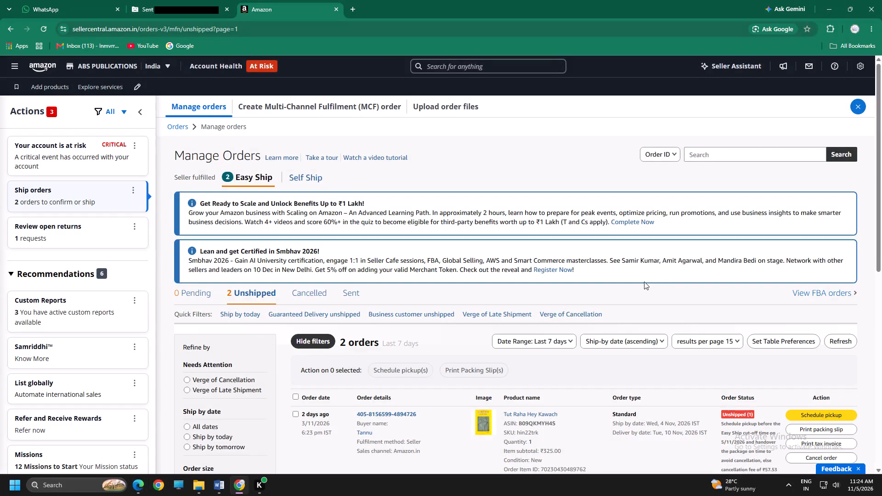
scroll(644, 282, "down", 6)
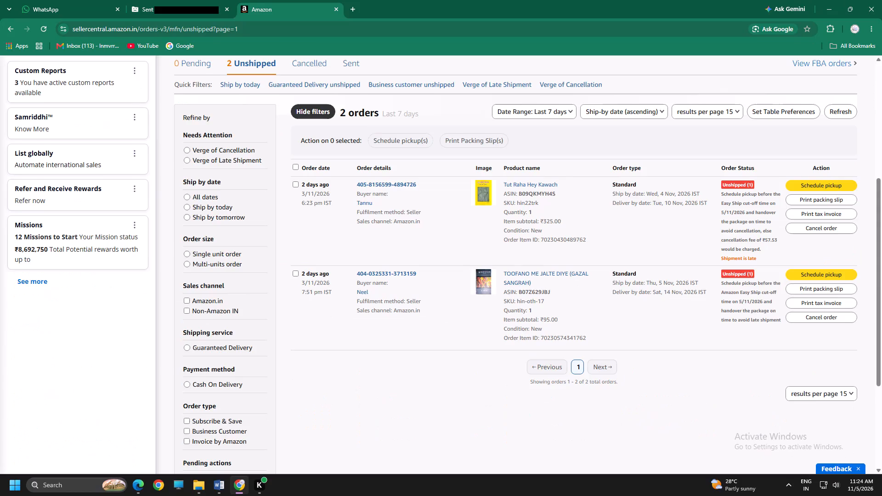
scroll(642, 281, "up", 2)
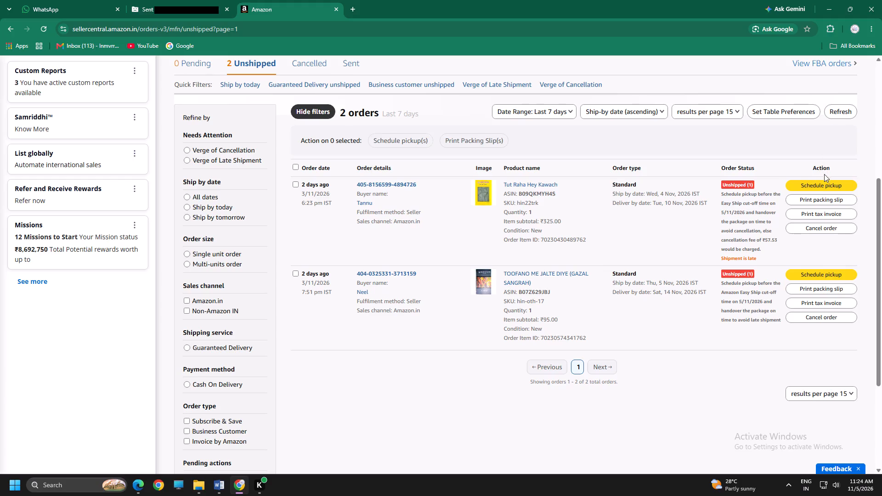
left_click_drag(824, 182, 828, 182)
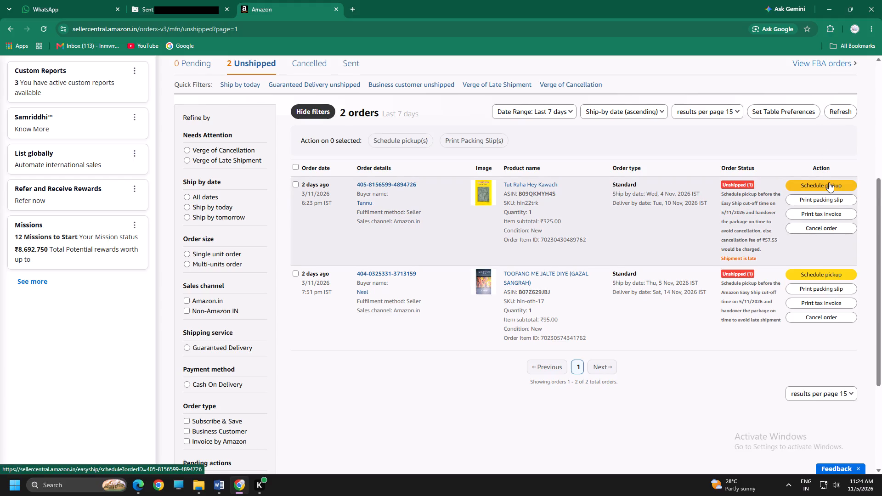
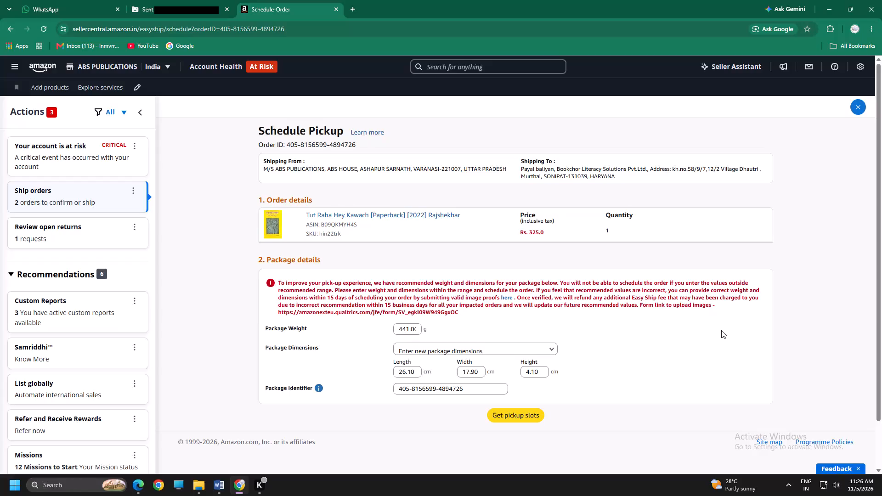
Get the pickup slots and schedule the order's pickup for Thu, Nov 5th 2026, 2:15 PM - 4:30 PM IST.
left_click(535, 417)
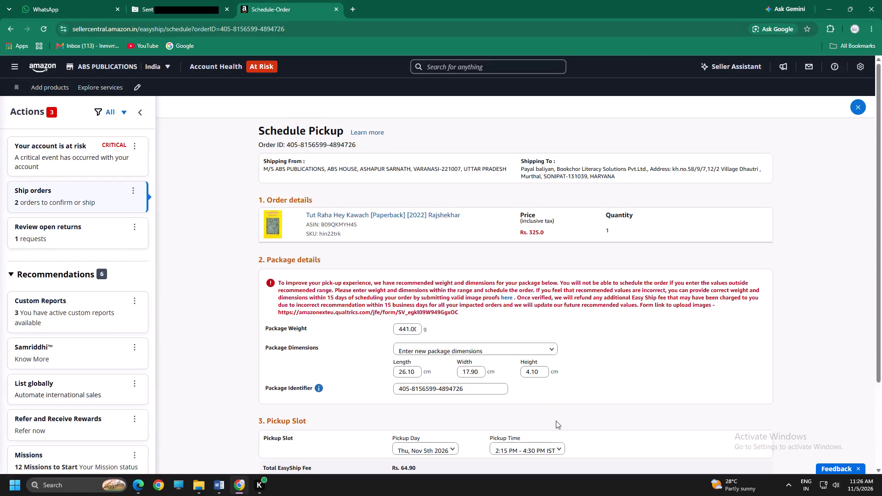
scroll(456, 429, "down", 1)
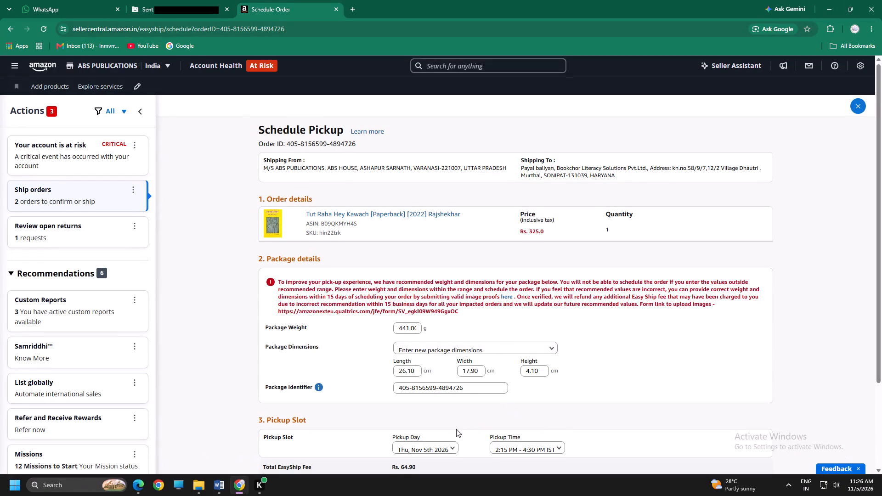
scroll(430, 417, "down", 2)
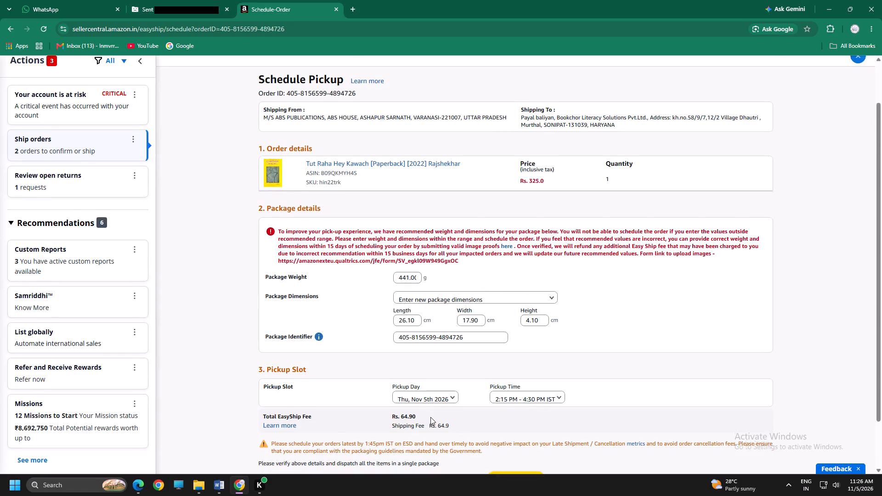
left_click(512, 417)
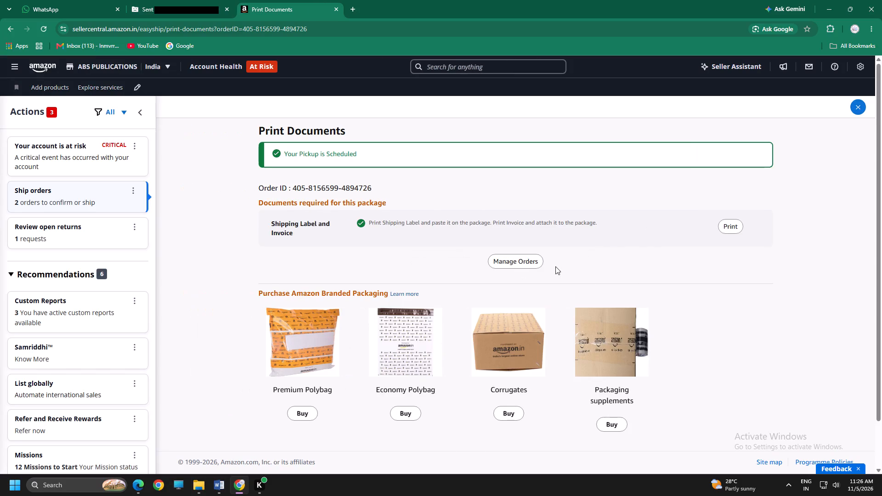
Open the order's shipping label and invoice, save the PDF to the Desktop as "order 1", and close the document window.
left_click(729, 225)
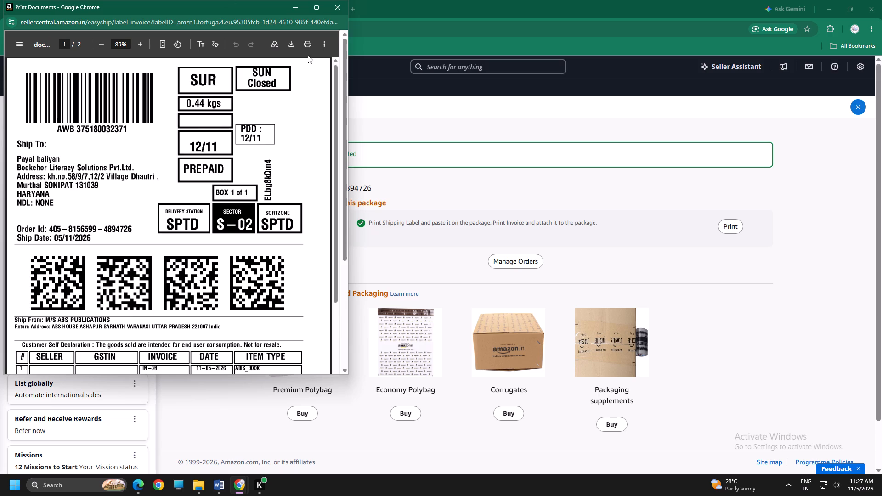
left_click(324, 45)
left_click(202, 190)
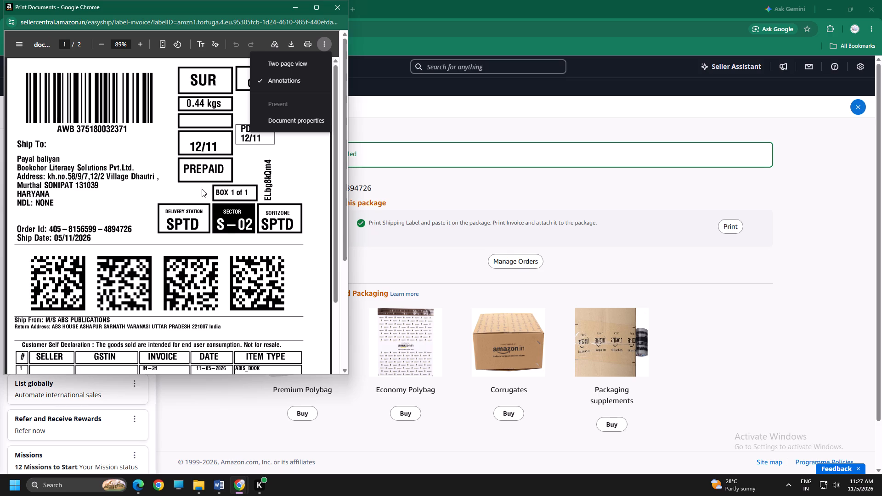
right_click(230, 181)
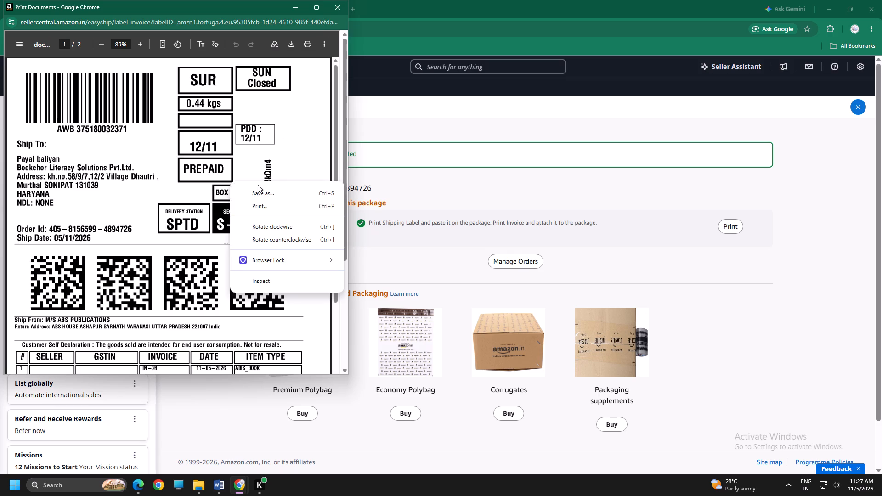
left_click(267, 193)
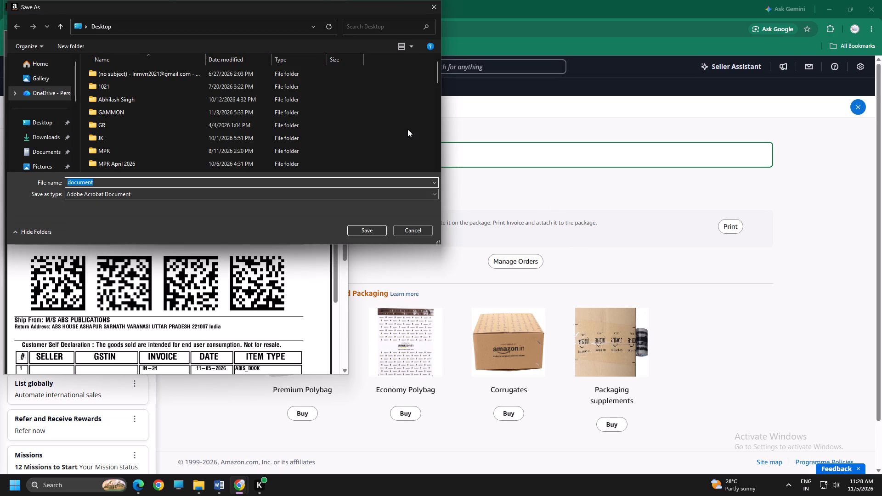
key("BackSpace")
type("order 1")
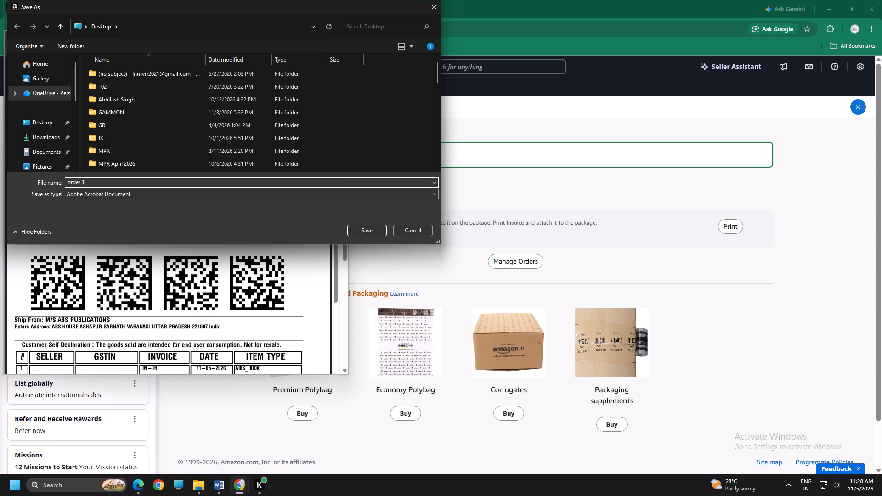
left_click(47, 126)
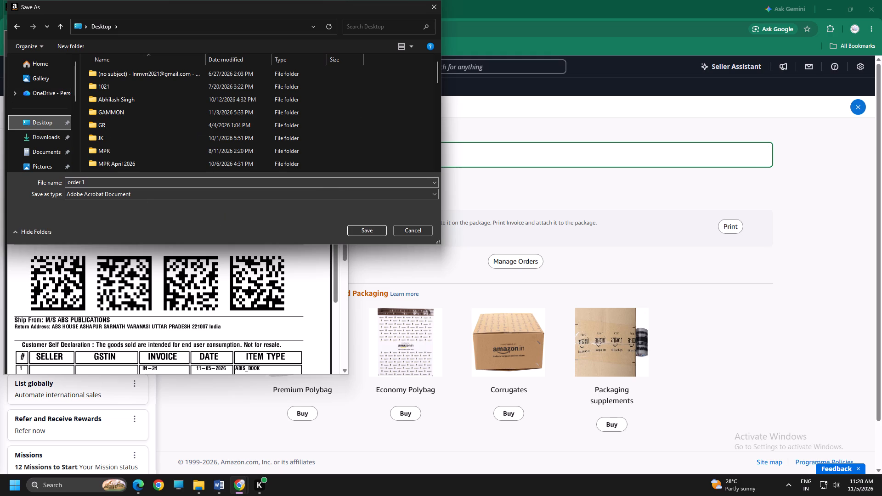
left_click(369, 230)
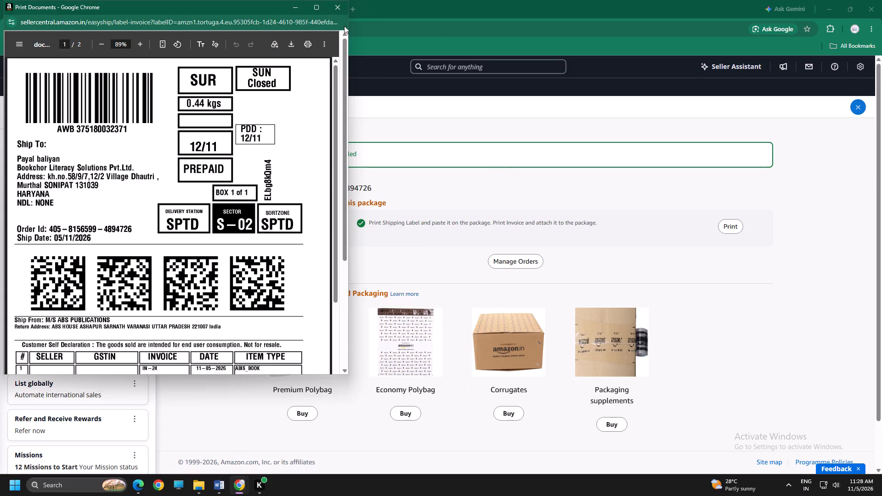
left_click(338, 6)
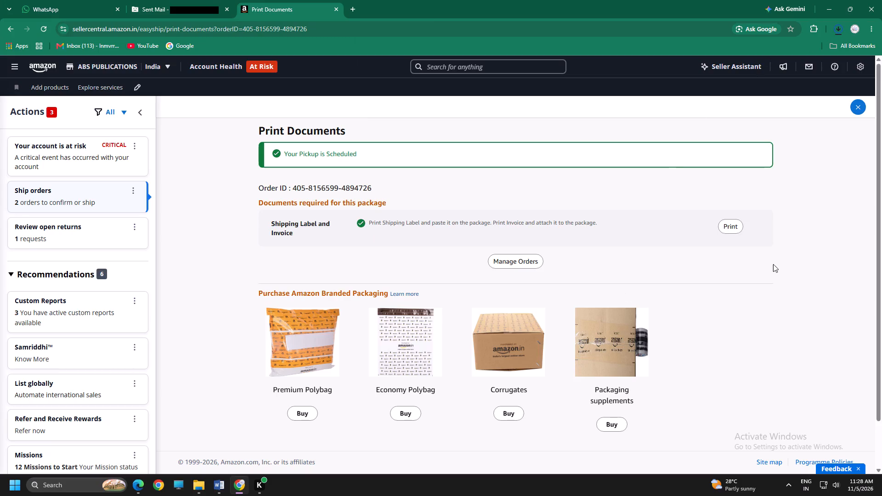
Minimize the browser window to get to the desktop.
left_click(831, 7)
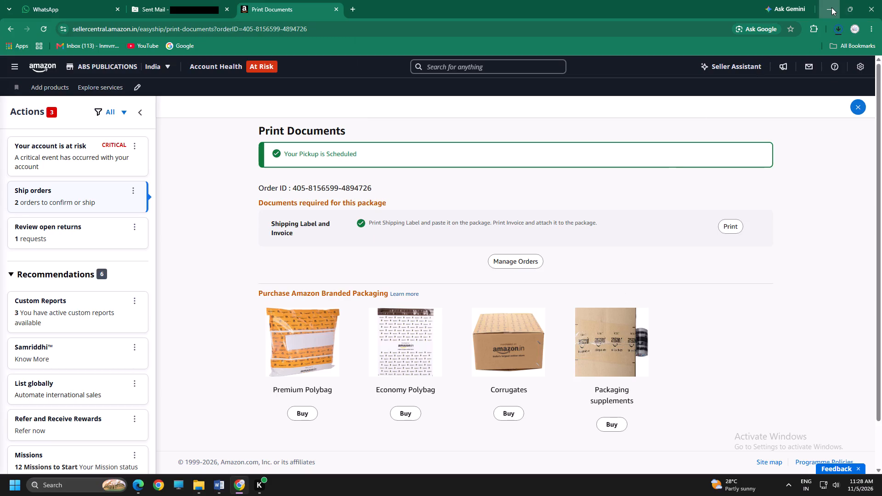
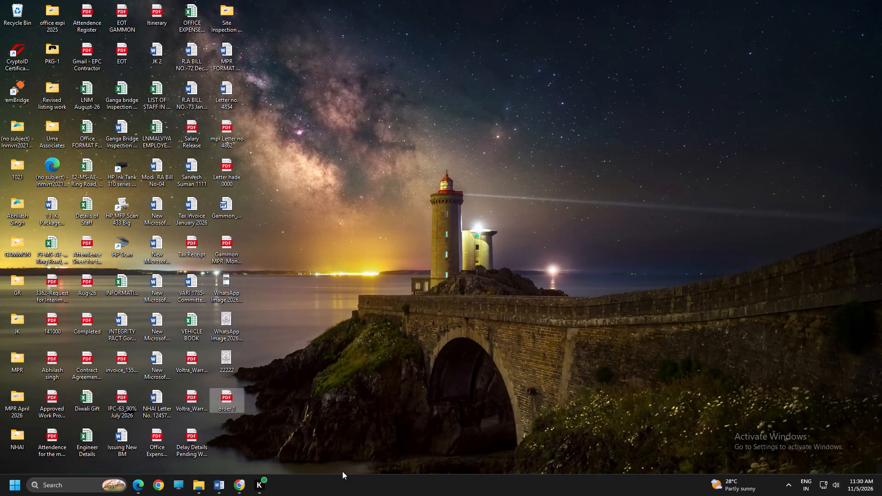
Open the saved "order 1" PDF from the desktop and review its shipping label and tax invoice pages.
left_click(230, 400)
left_click(230, 400)
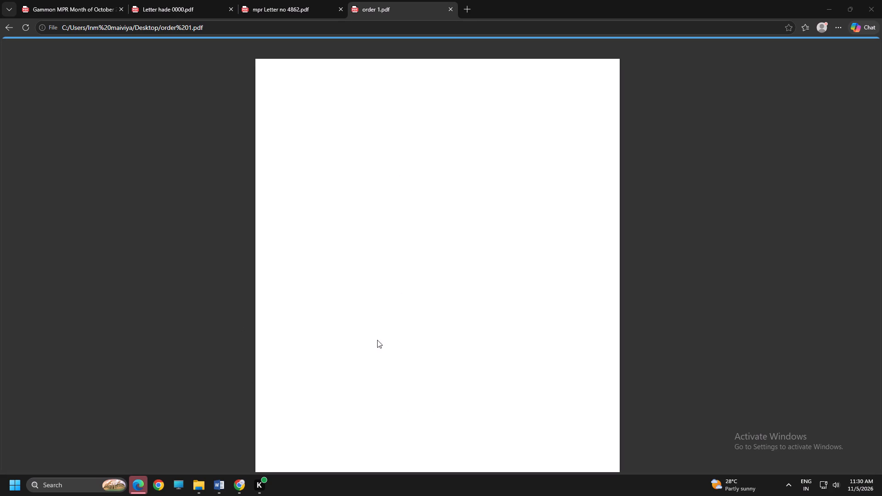
scroll(361, 268, "down", 3)
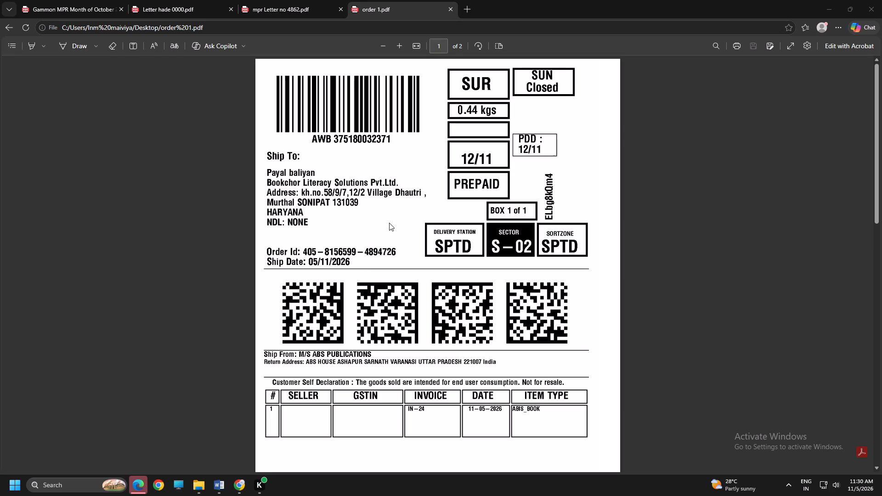
scroll(420, 199, "down", 7)
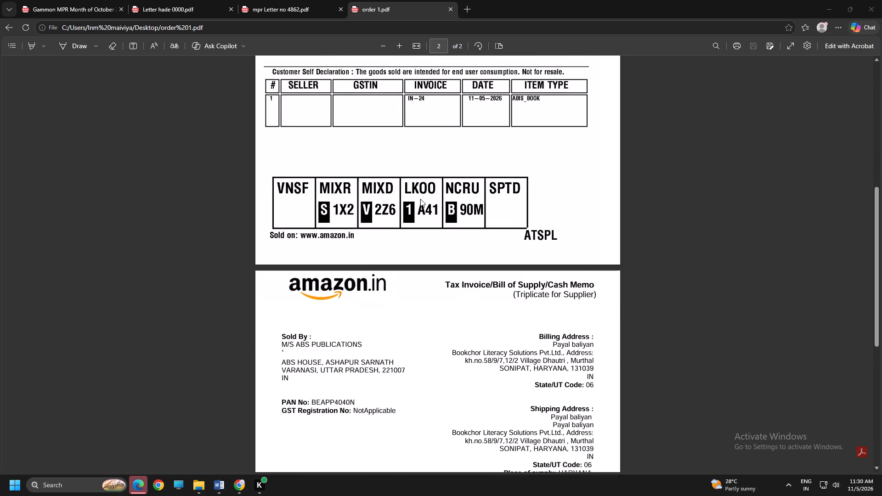
scroll(420, 199, "down", 5)
scroll(420, 199, "up", 11)
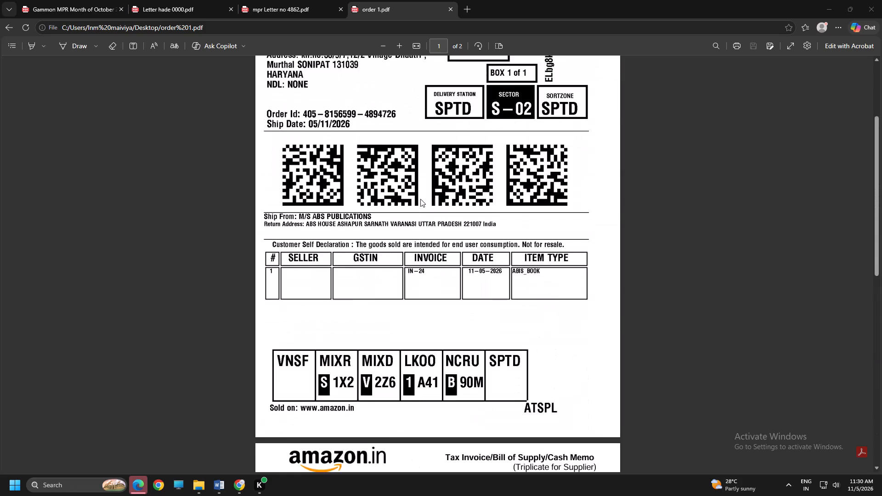
scroll(420, 199, "up", 6)
scroll(420, 199, "down", 12)
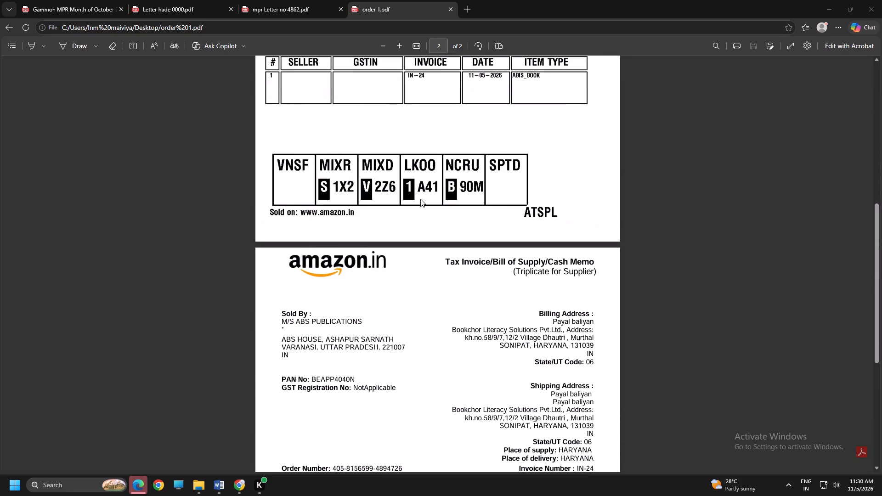
scroll(420, 199, "down", 5)
scroll(420, 198, "up", 18)
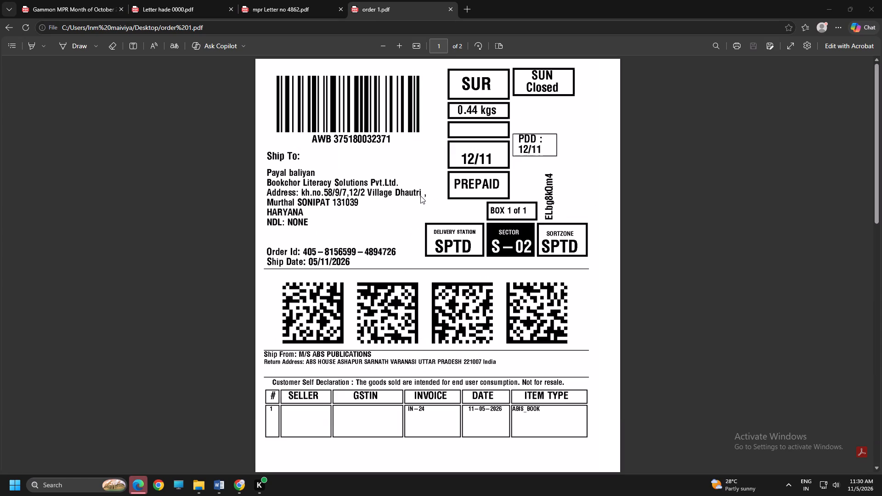
scroll(420, 196, "up", 4)
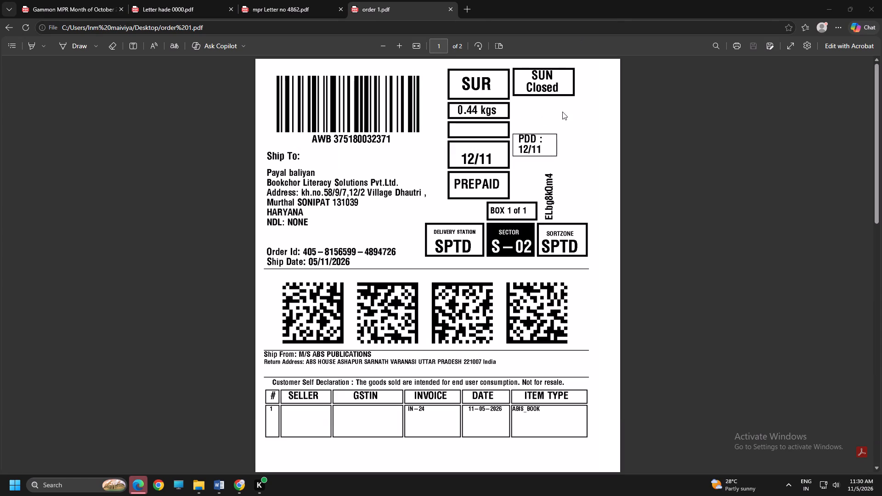
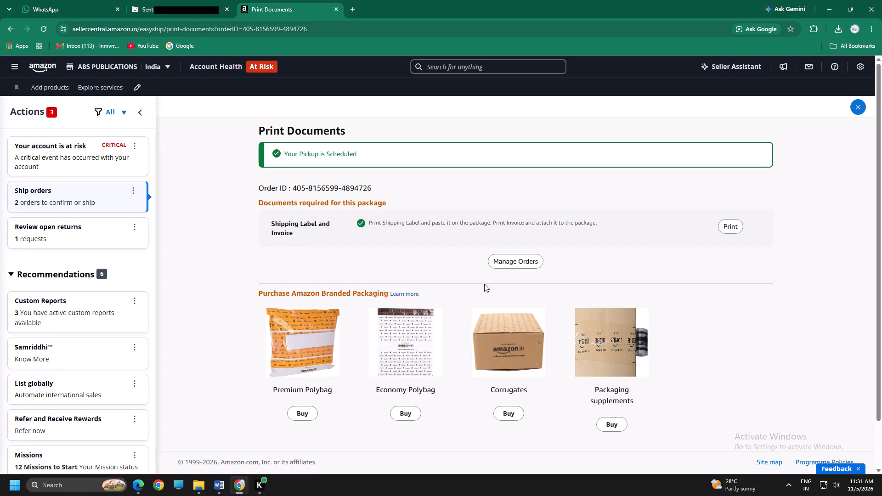
Return to Manage Orders, dismiss the Easy Ship introduction, and open pickup scheduling for the remaining unshipped TOOFANO ME JALTE DIYE order.
left_click(518, 265)
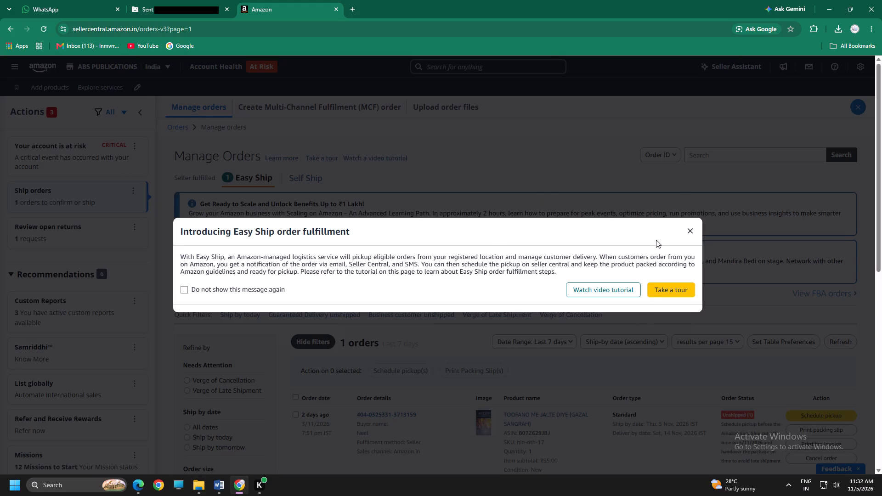
left_click(691, 233)
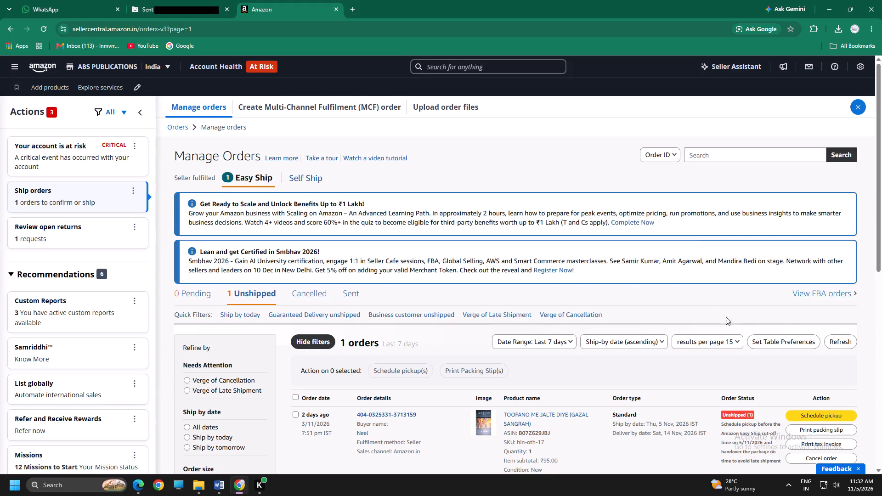
scroll(731, 320, "down", 2)
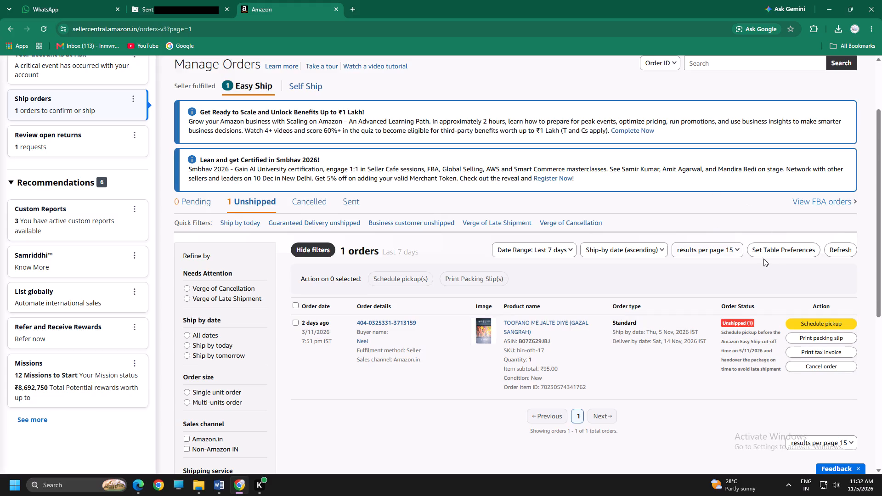
left_click(810, 322)
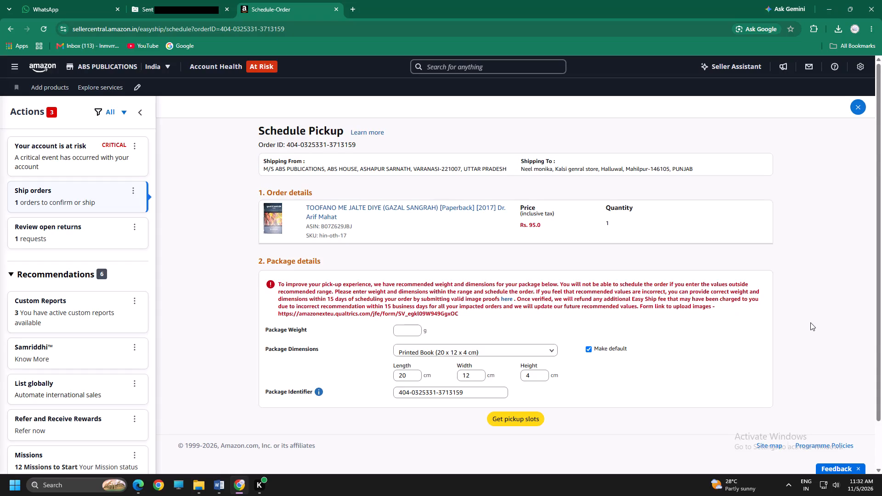
Set the package weight to 150 g, get pickup slots, and schedule the pickup for Thu, Nov 5th 2026, 2:15 PM - 4:30 PM IST.
left_click(407, 332)
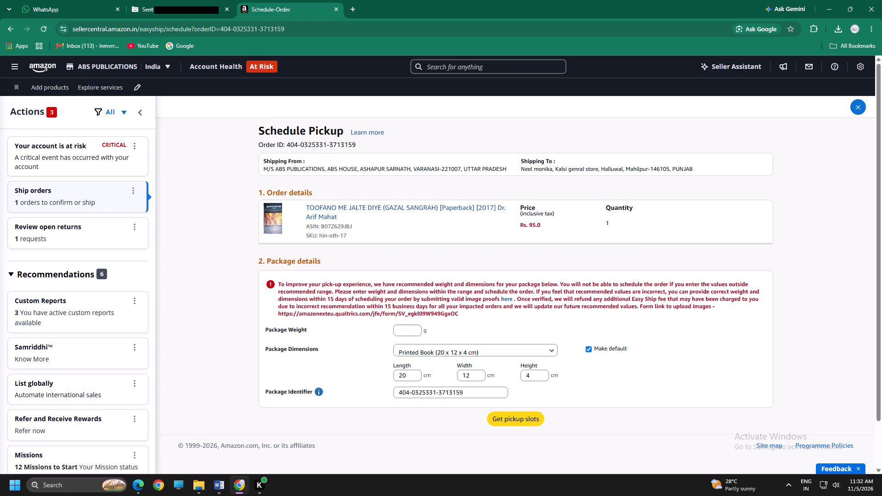
type("150")
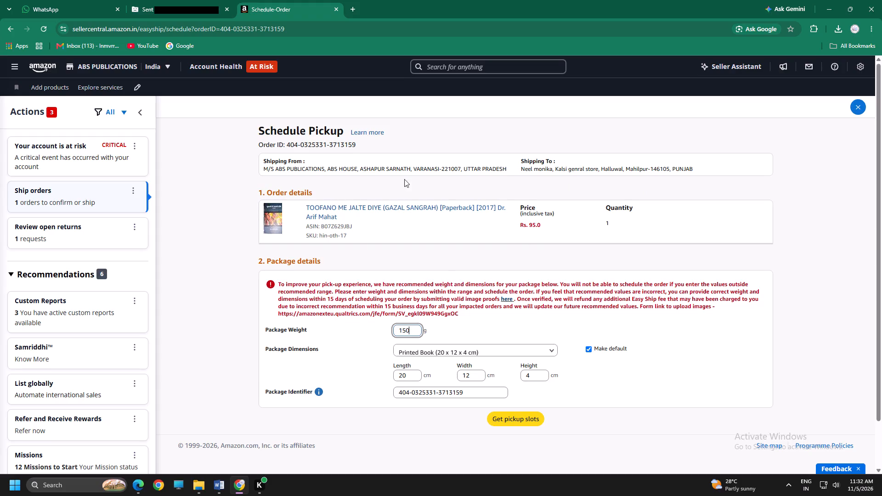
scroll(487, 300, "up", 4)
scroll(487, 300, "down", 1)
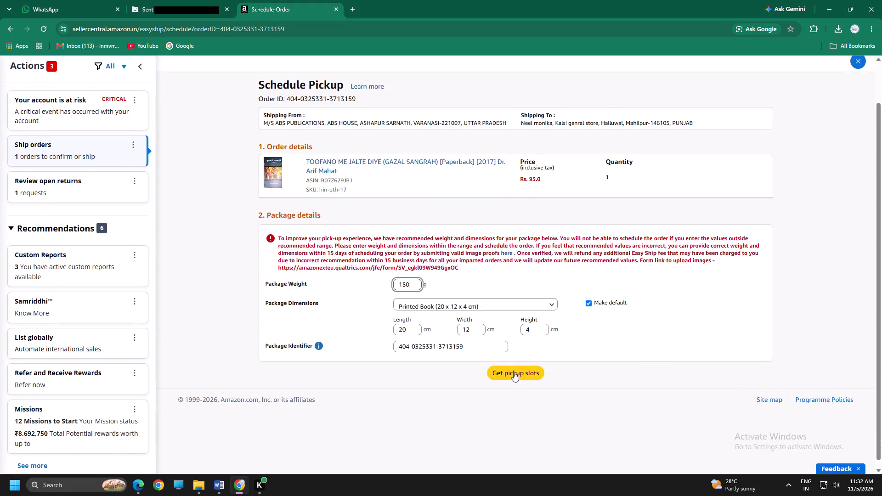
left_click(514, 372)
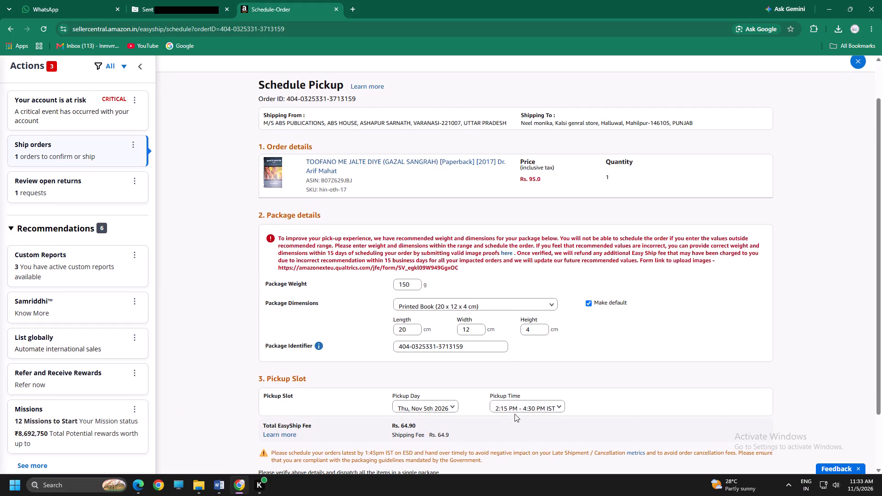
scroll(498, 424, "down", 1)
left_click(513, 440)
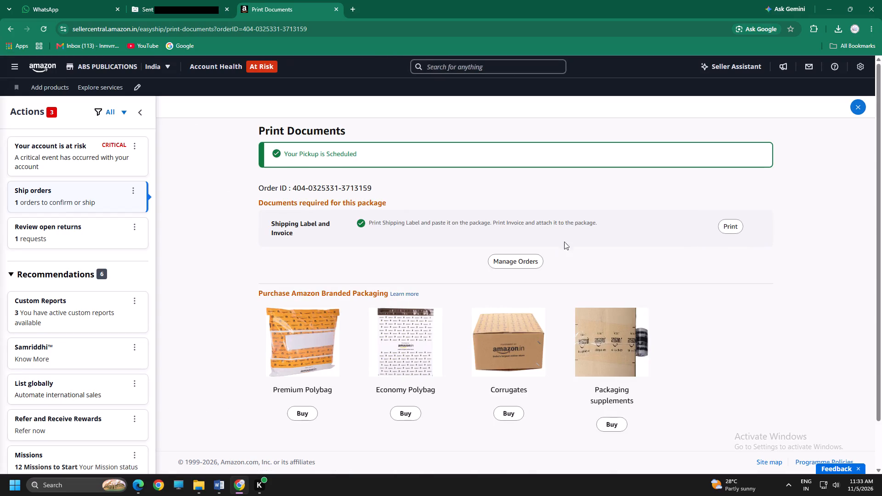
Open the scheduled order's shipping label and invoice document and switch it to two page view.
left_click(736, 228)
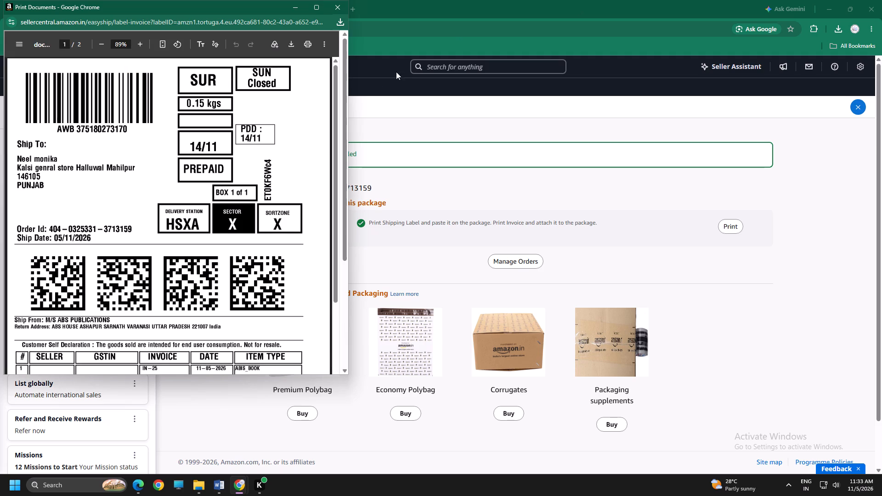
left_click(326, 45)
left_click(313, 149)
left_click(321, 42)
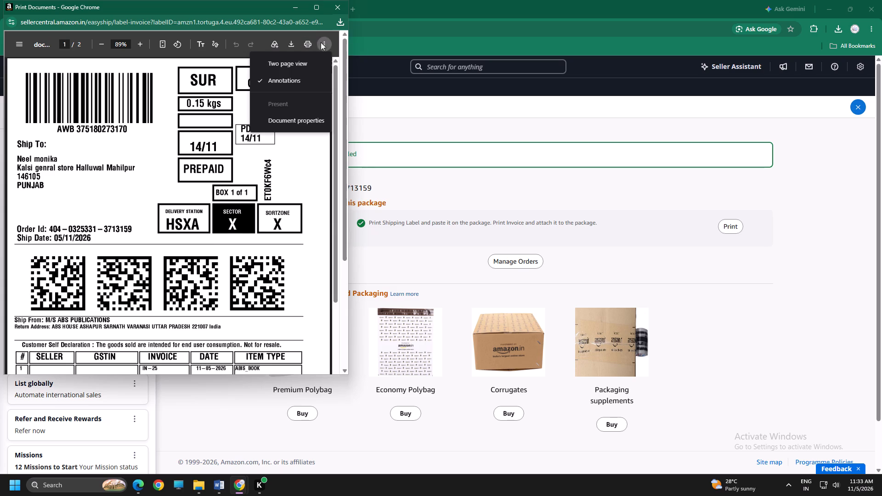
left_click(299, 64)
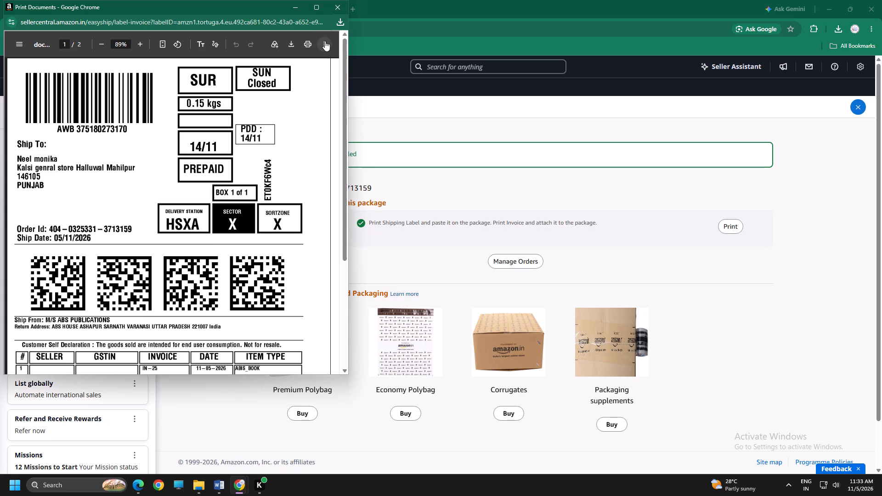
left_click(325, 41)
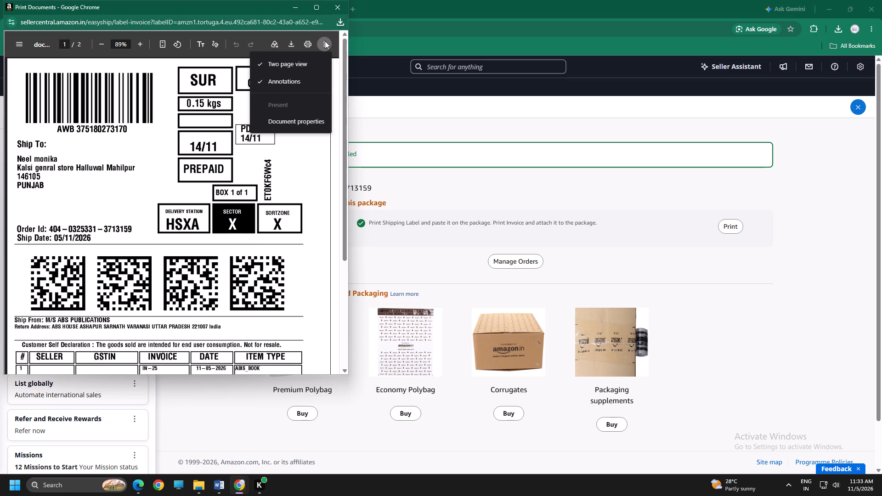
left_click(307, 47)
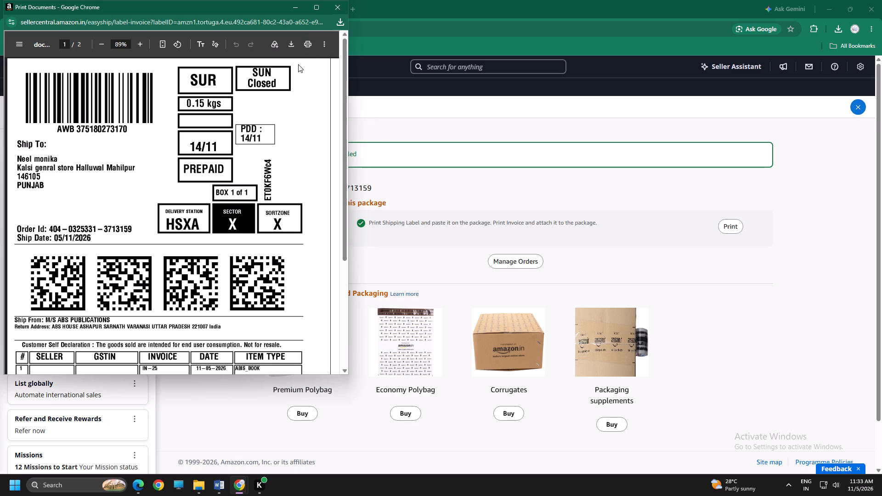
Save the label and invoice PDF to the Desktop as "order 2" and close the document window.
left_click(289, 44)
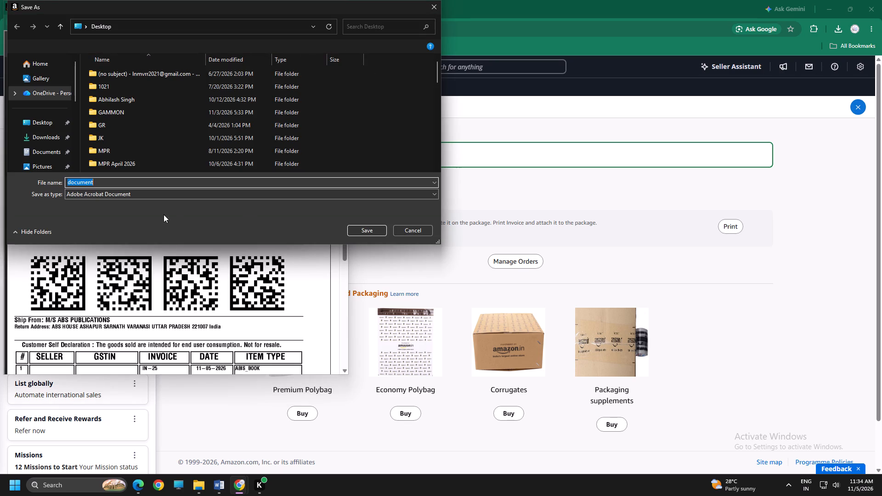
key("BackSpace")
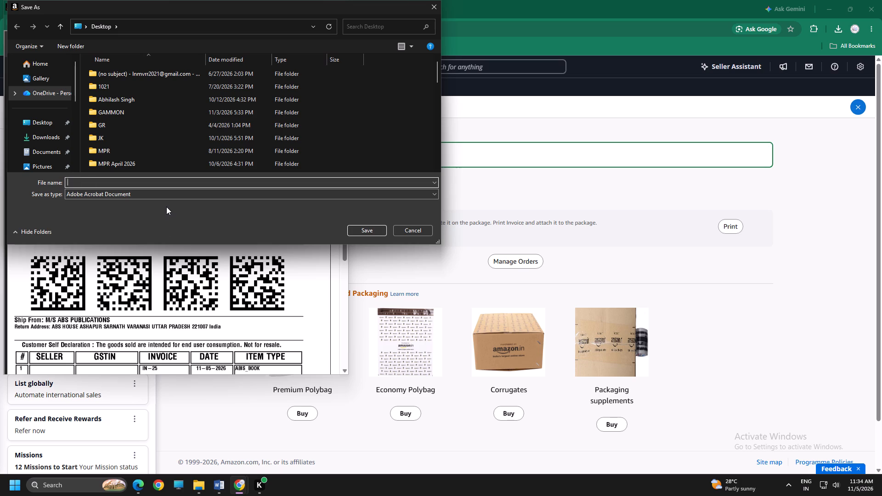
type("order 2")
left_click(374, 232)
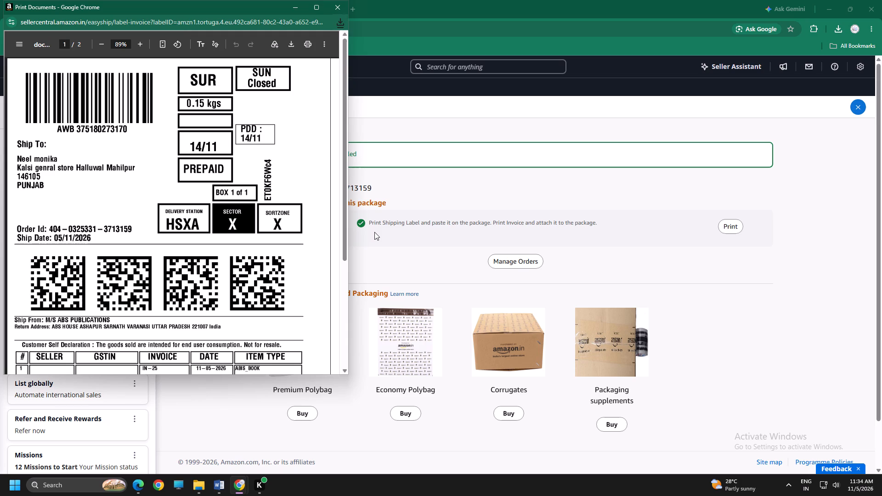
left_click(336, 7)
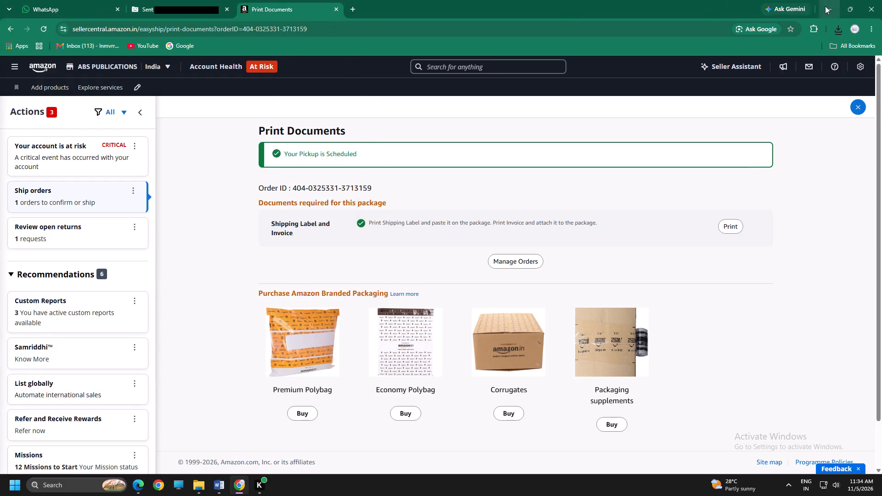
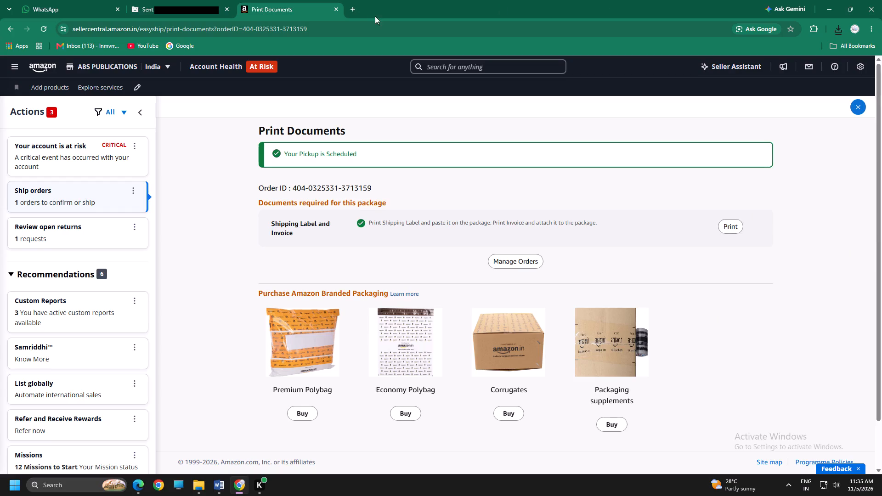
Return to Manage Orders and dismiss the Easy Ship introduction to check for remaining unshipped orders.
left_click(513, 255)
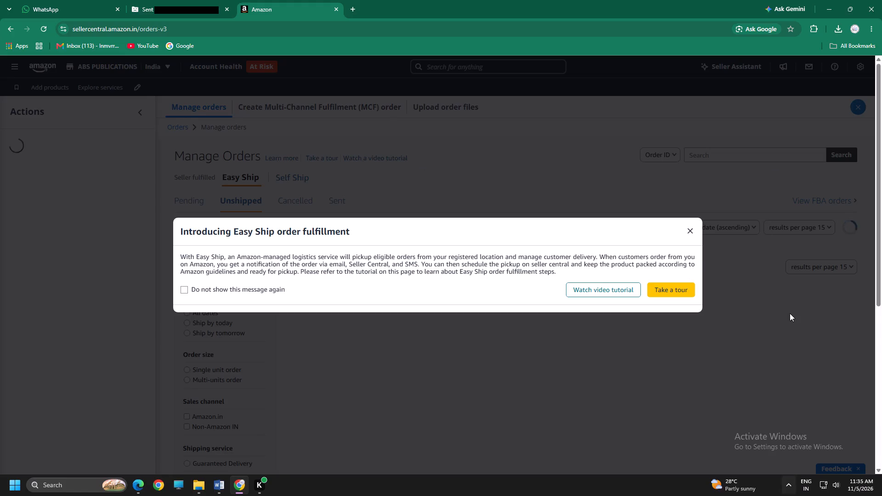
left_click(691, 230)
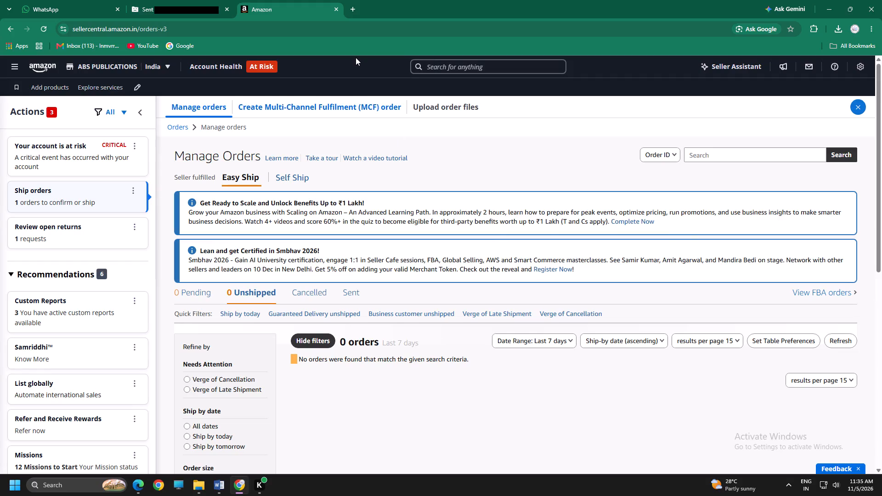